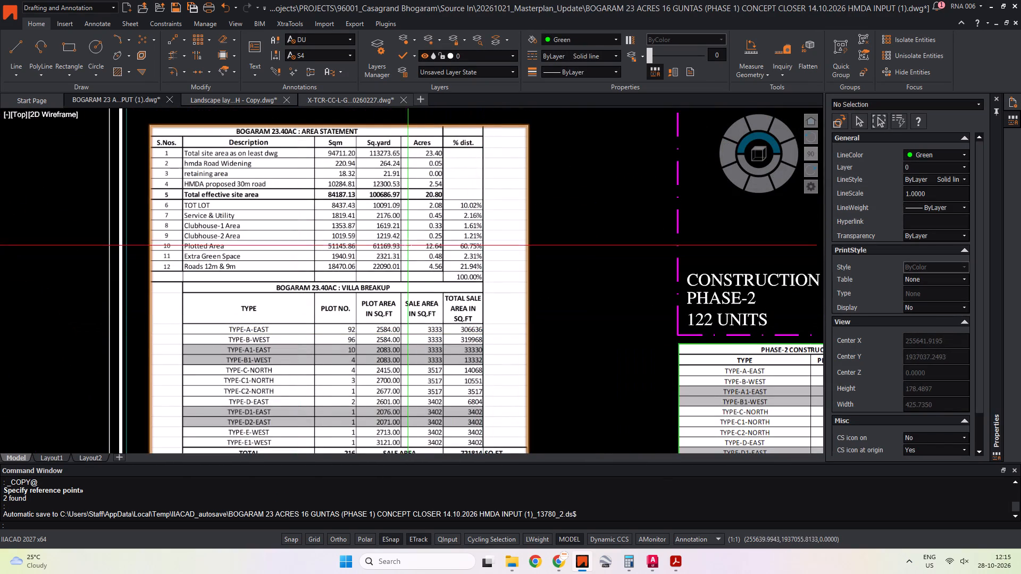
Examine the BOGARAM 23.40AC area statement table in the Bogaram 23 acres 16 guntas phase 1 concept drawing.
{"action": "middle_click_drag", "start_coordinate": [364, 272], "coordinate": [382, 305]}
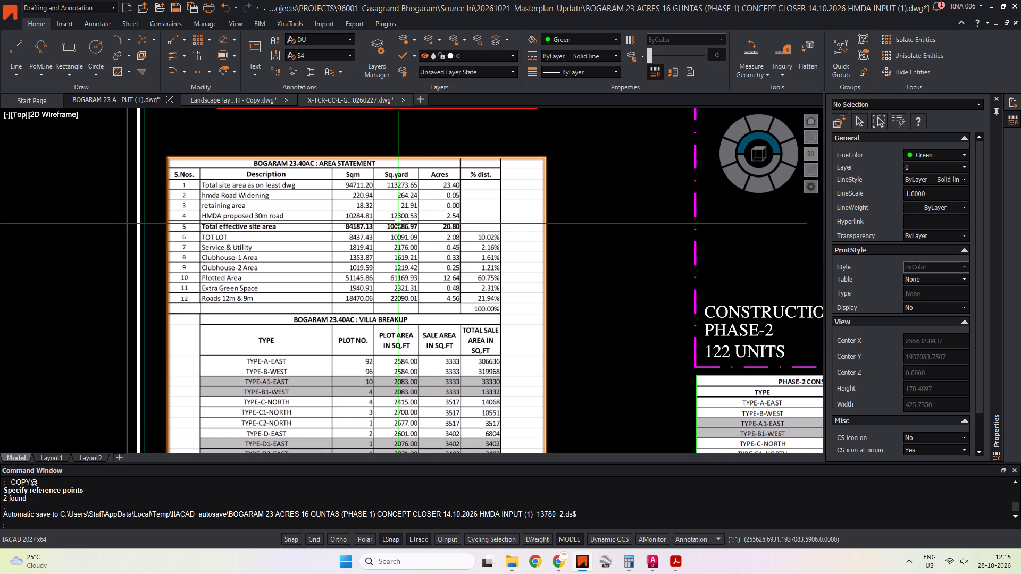
{"action": "scroll", "coordinate": [355, 229], "scroll_direction": "up", "scroll_amount": 1}
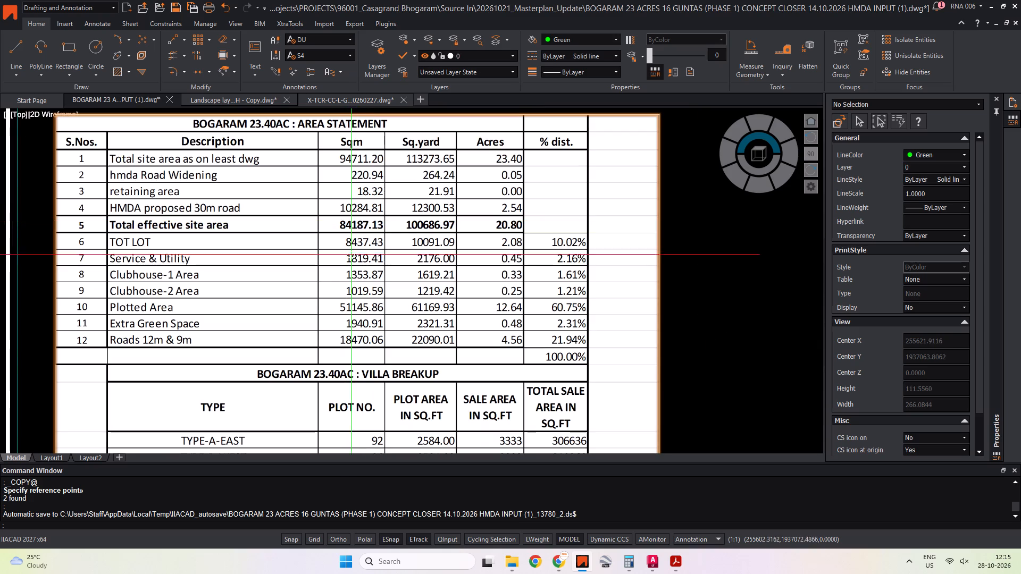
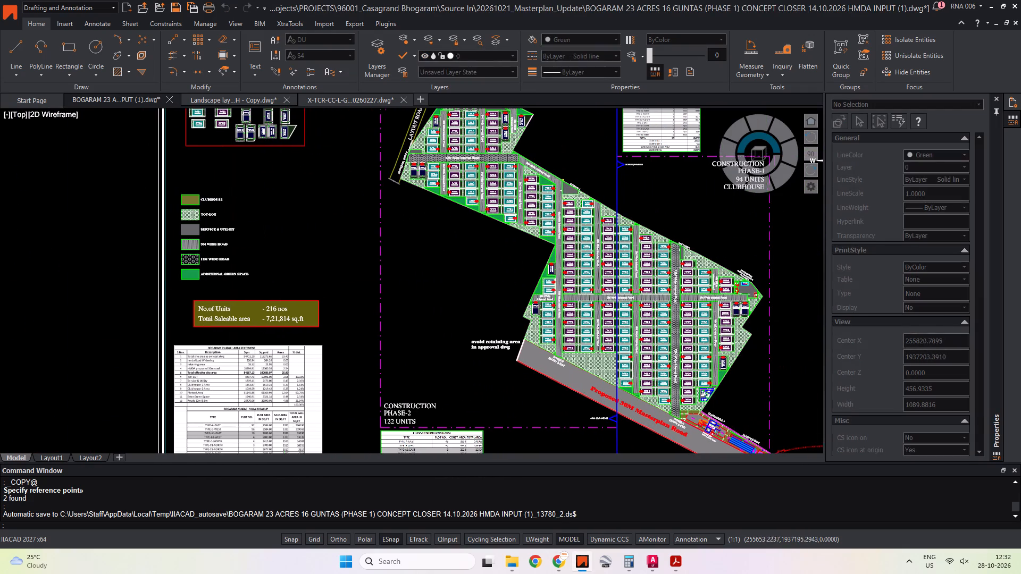
Look over the Bogaram masterplan drawing, from the phase 1 and phase 2 layout across to the unit plans and Clubhouse-1 drawings.
{"action": "middle_click_drag", "start_coordinate": [444, 297], "coordinate": [232, 239]}
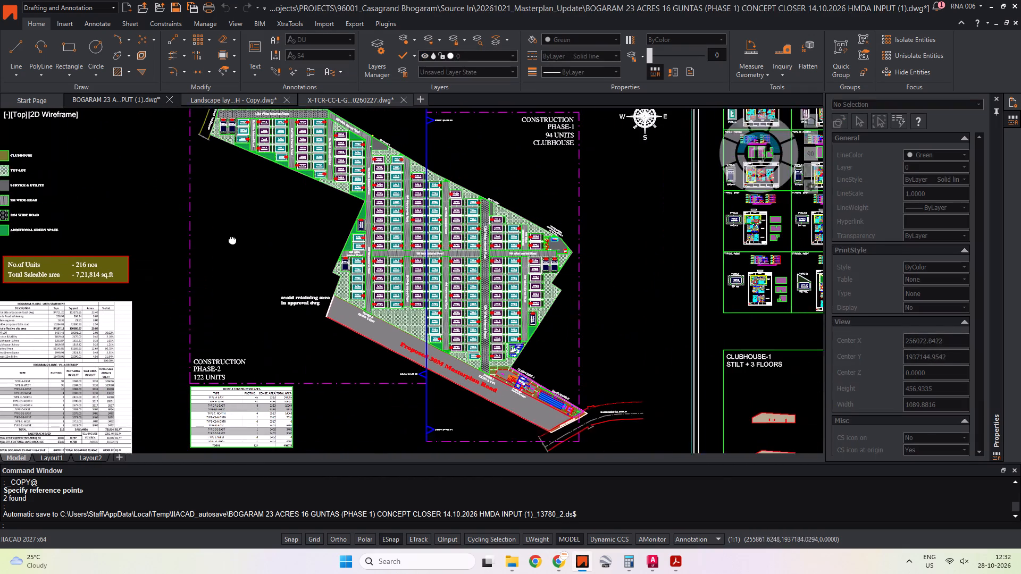
{"action": "middle_click_drag", "start_coordinate": [232, 239], "coordinate": [231, 238]}
{"action": "scroll", "coordinate": [575, 326], "scroll_direction": "down", "scroll_amount": 1}
{"action": "middle_click_drag", "start_coordinate": [552, 319], "coordinate": [215, 249]}
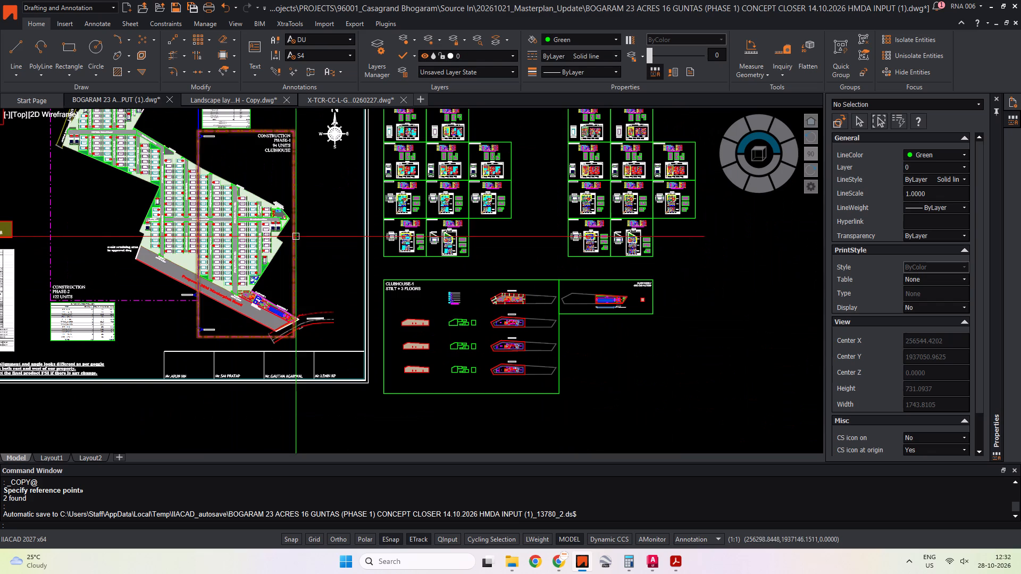
Switch to the X-TCR-CC-L ground floor landscape plan drawing and examine the Thirumudivakkam site cum ground floor plan.
{"action": "left_click", "coordinate": [349, 104]}
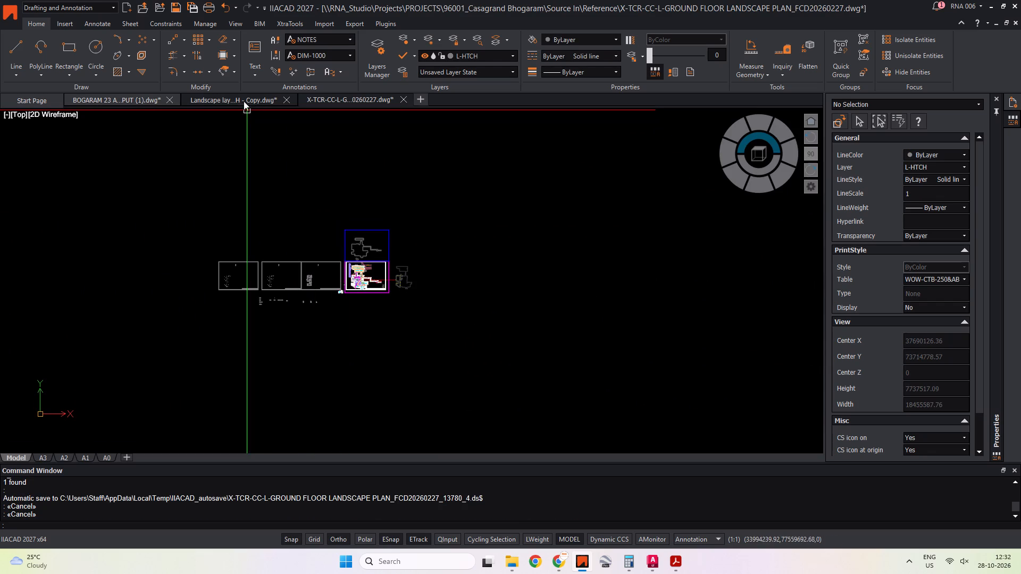
{"action": "scroll", "coordinate": [353, 254], "scroll_direction": "up", "scroll_amount": 5}
{"action": "middle_click_drag", "start_coordinate": [362, 315], "coordinate": [455, 217]}
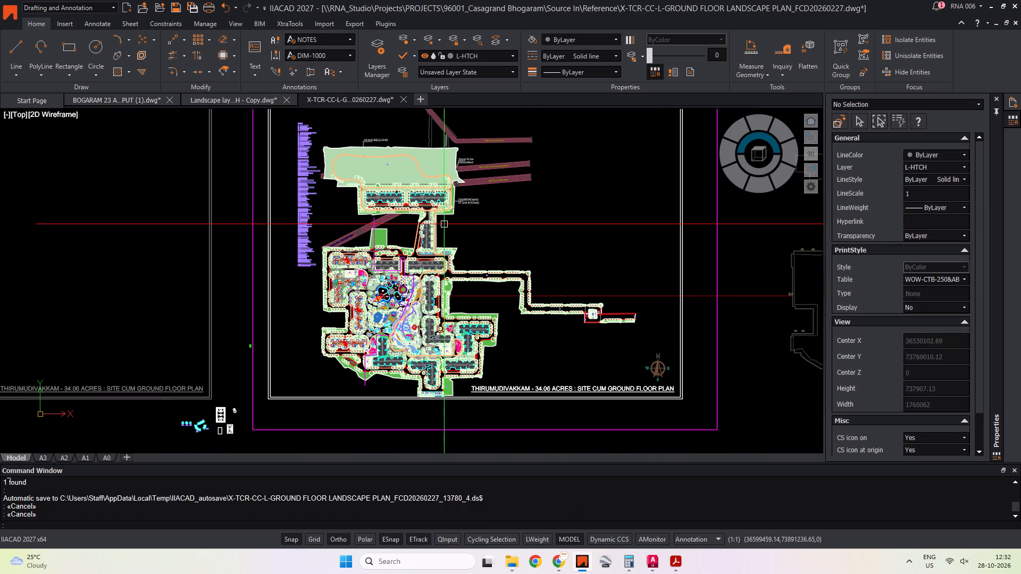